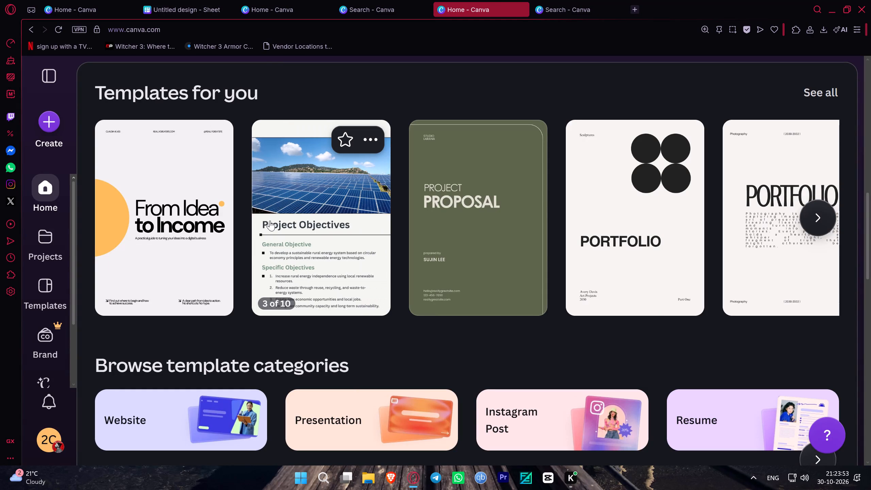
# Open the project proposal template with the solar panel photo as a new editable design.
pyautogui.click(270, 220)
pyautogui.click(597, 259)
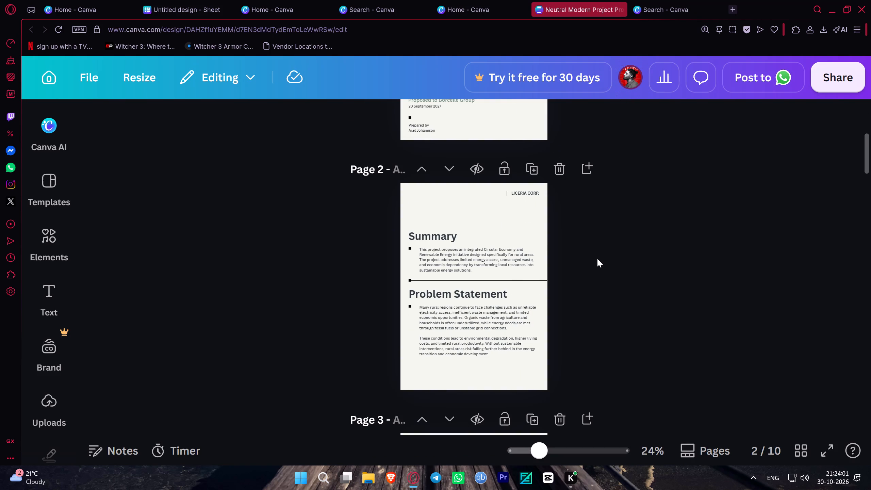
# Examine the cover page and the Summary and Problem Statement page of the project proposal.
pyautogui.scroll(2, 353, 305)
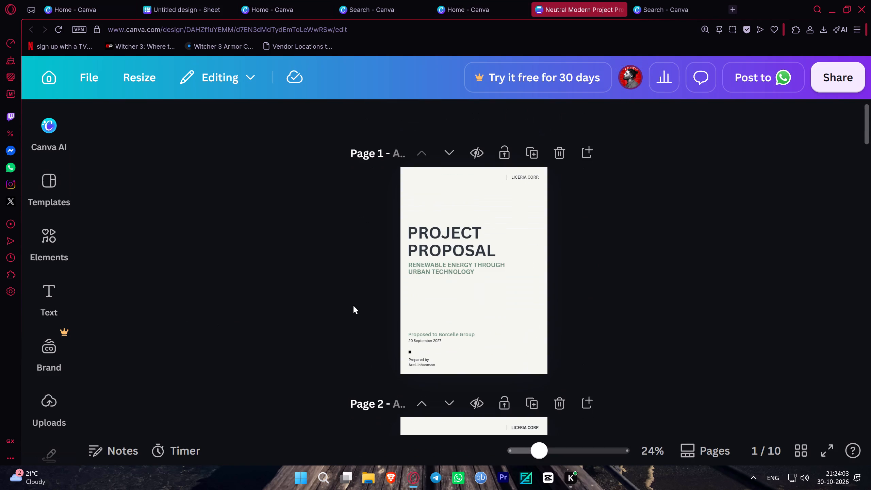
pyautogui.scroll(1, 356, 309)
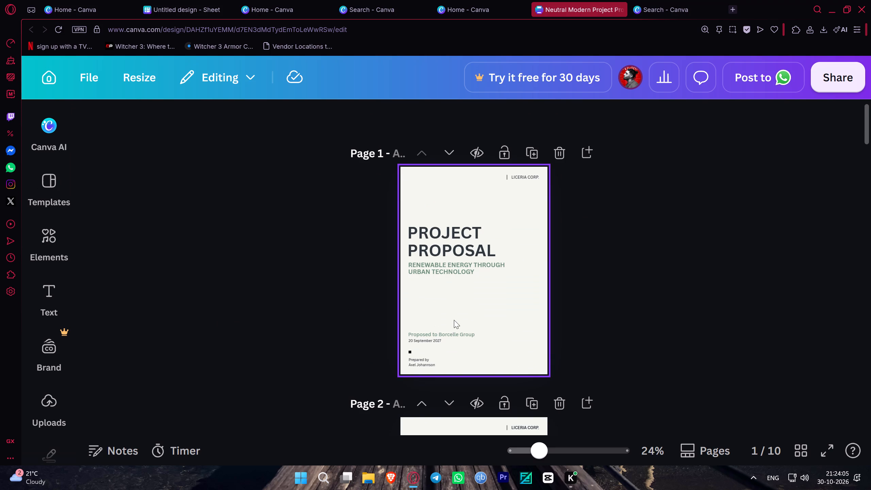
pyautogui.scroll(-1, 454, 320)
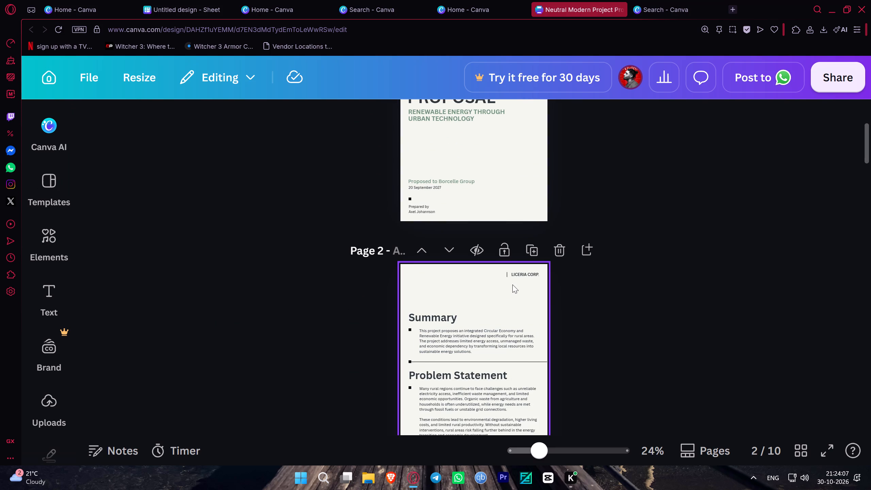
pyautogui.scroll(-1, 513, 287)
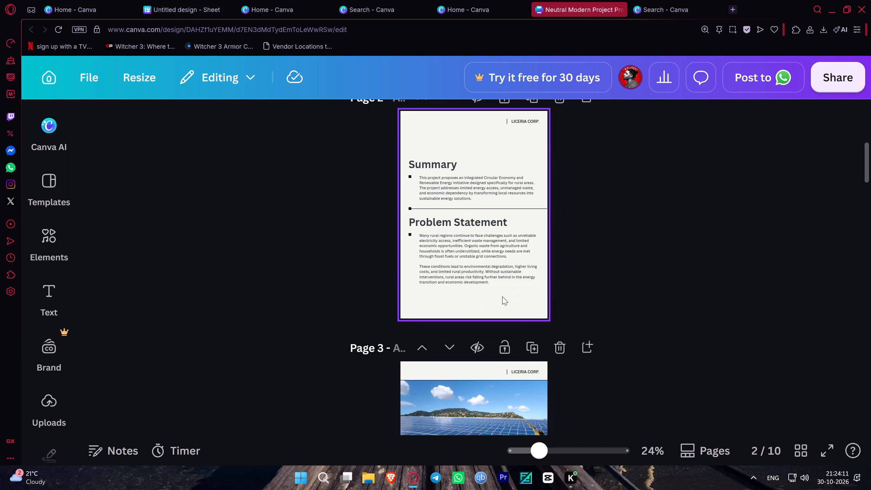
pyautogui.press('Right')
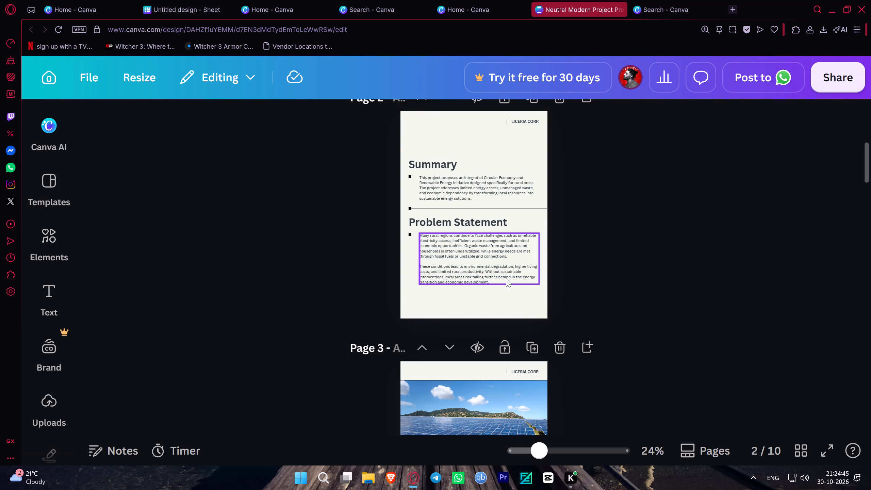
pyautogui.keyDown('alt'); pyautogui.scroll(2, 497, 262); pyautogui.keyUp('alt')
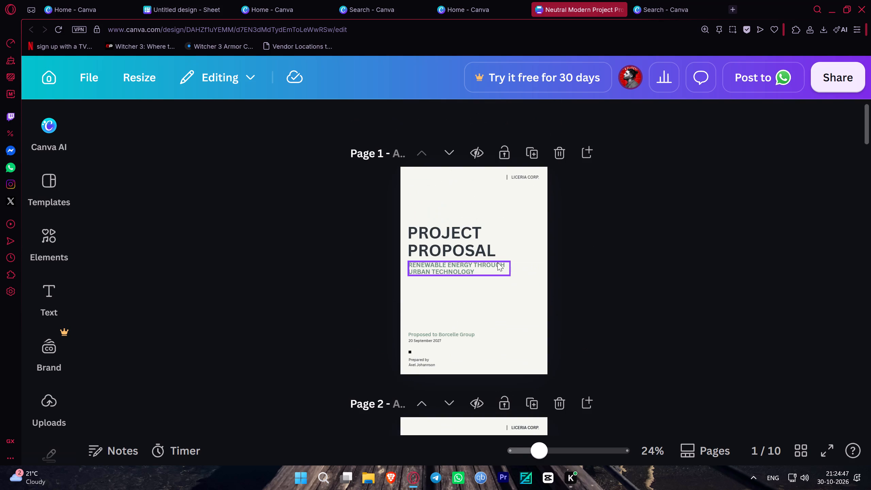
pyautogui.click(498, 310)
pyautogui.click(616, 276)
# Select the whole "PROJECT PROPOSAL" title text on the cover page for editing.
pyautogui.scroll(1, 596, 272)
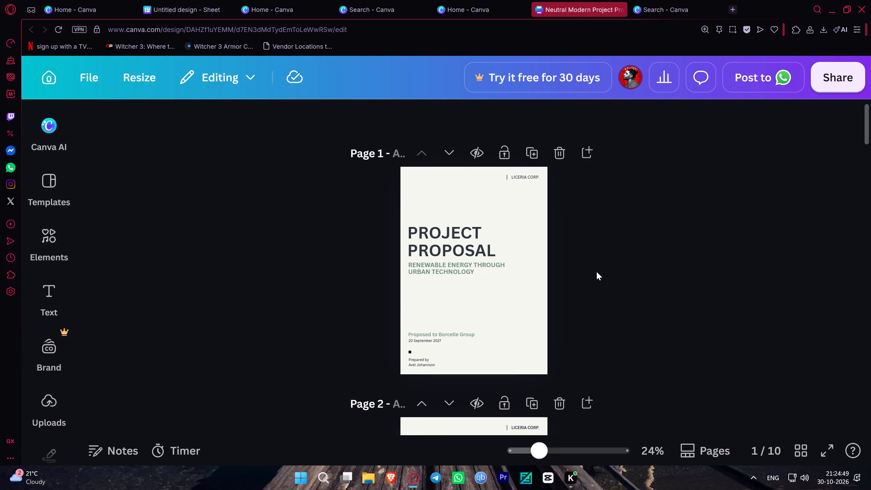
pyautogui.keyDown('ctrl'); pyautogui.scroll(5, 596, 272); pyautogui.keyUp('ctrl')
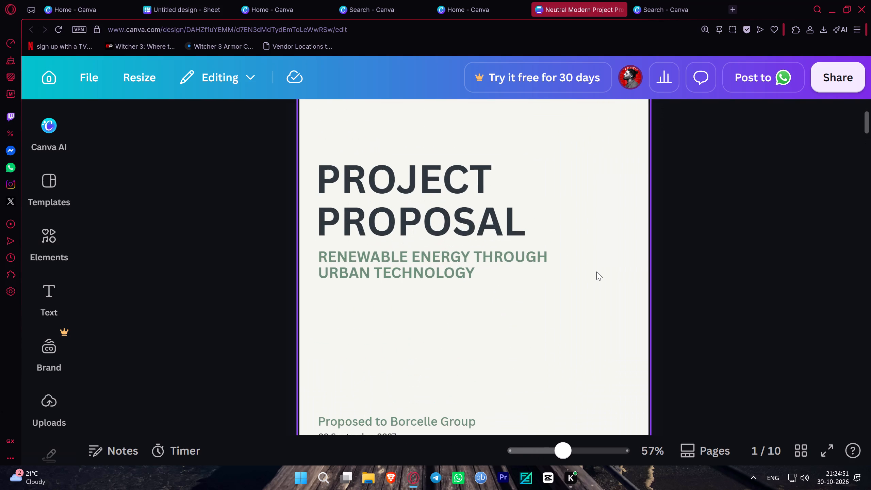
pyautogui.scroll(1, 596, 272)
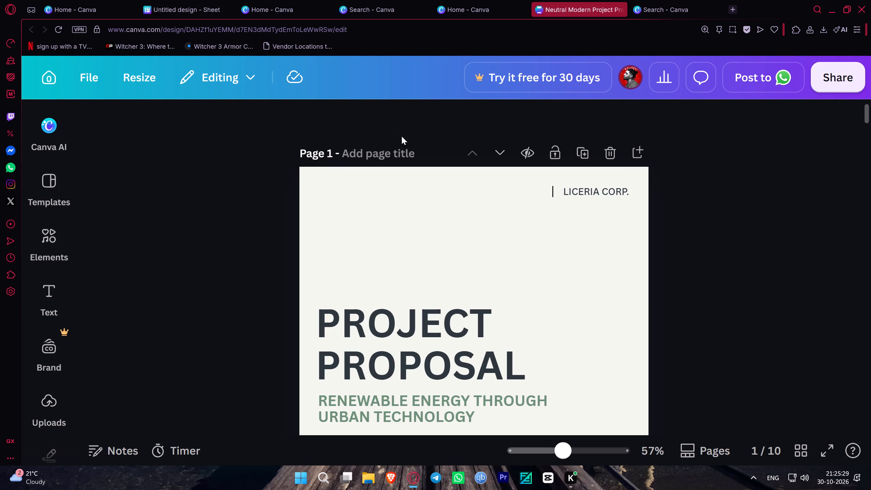
pyautogui.tripleClick(441, 332)
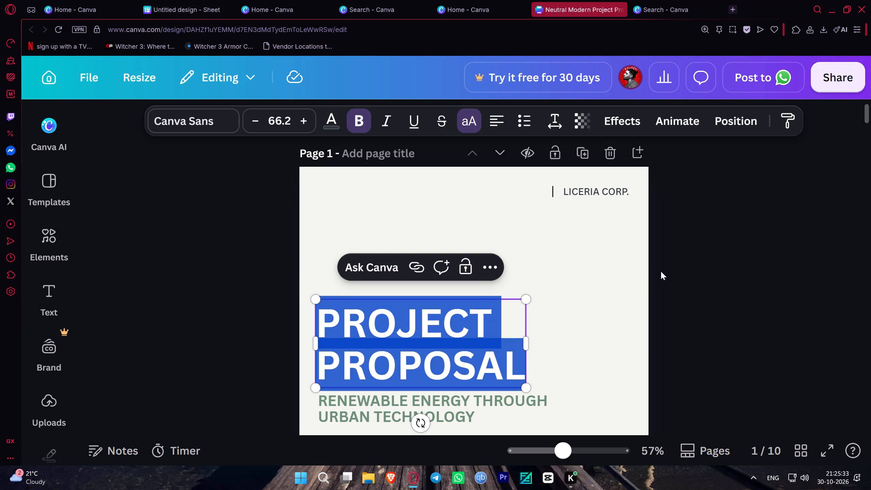
pyautogui.middleClick(591, 313)
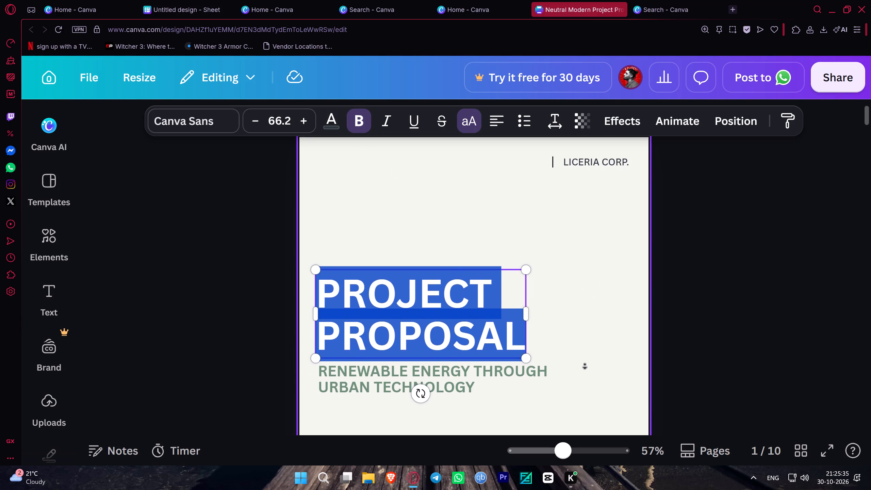
pyautogui.click(592, 334)
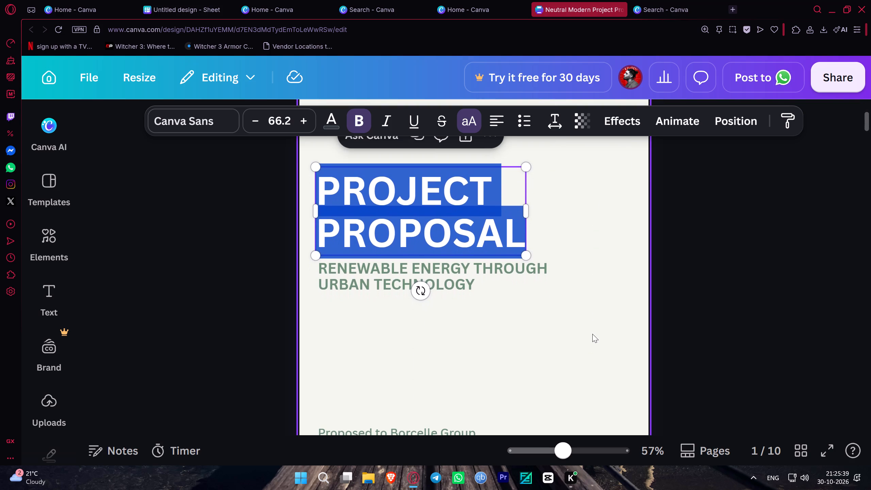
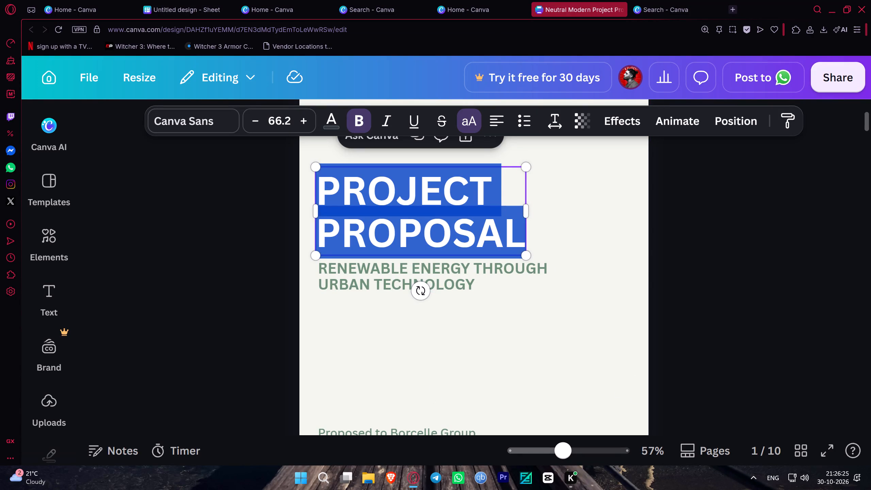
# Replace the "PROJECT PROPOSAL" title text on the cover page with "proposing the project".
pyautogui.write('pr')
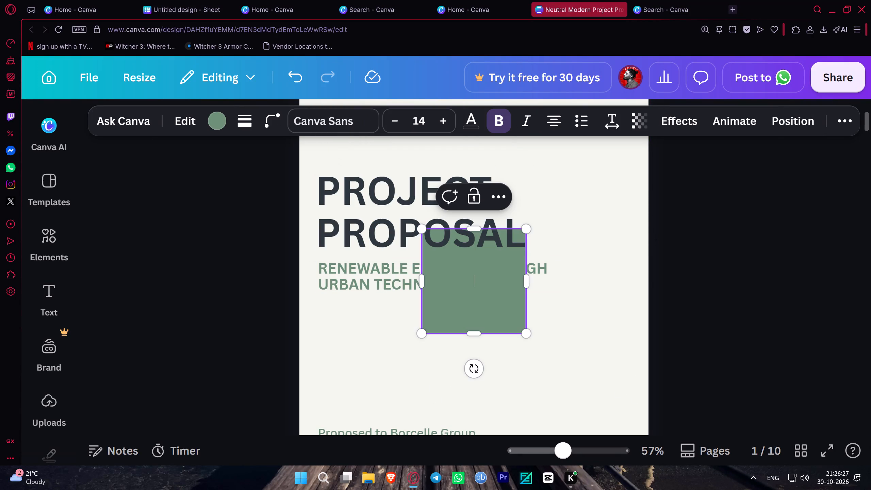
pyautogui.hotkey('ctrl', 'z')
pyautogui.doubleClick(459, 221)
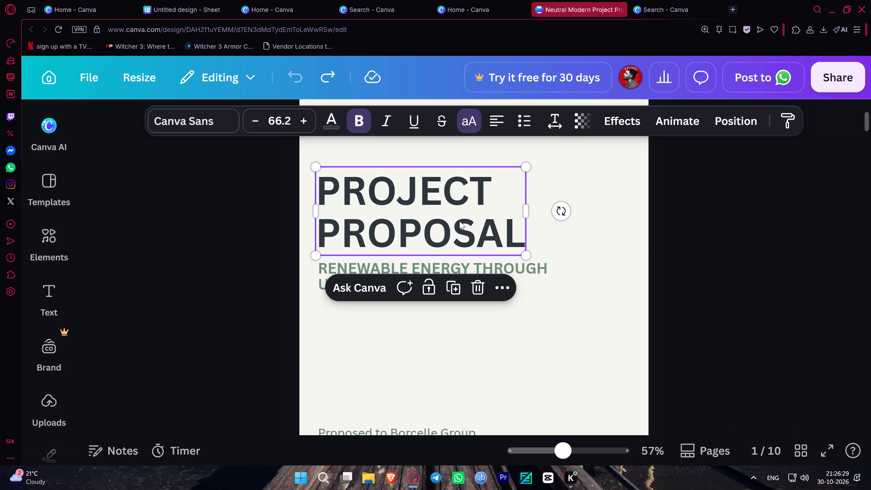
pyautogui.write('proposing the project')
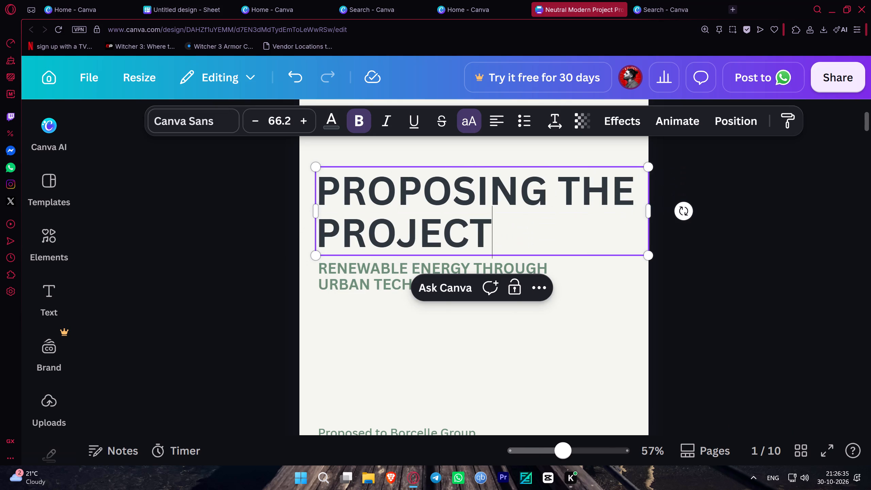
pyautogui.click(372, 339)
# Move the green cover subtitle slightly down, leaving more space beneath the title.
pyautogui.moveTo(414, 272); pyautogui.dragTo(414, 292)
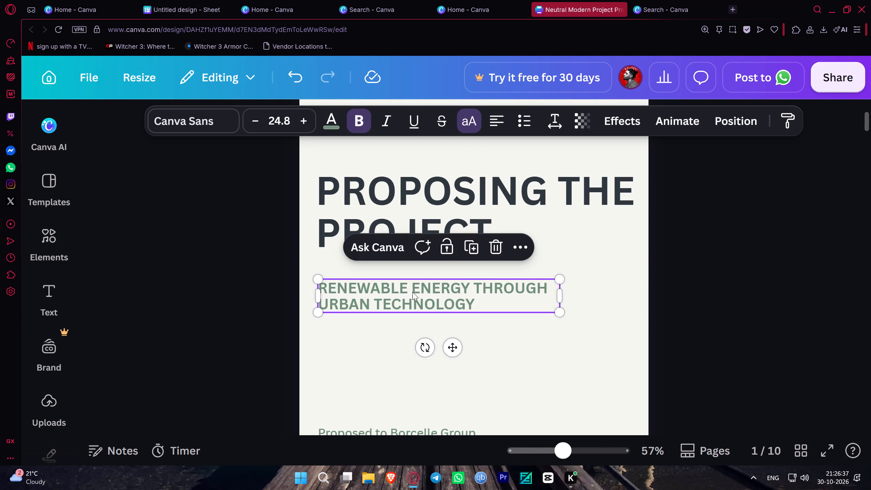
# Replace the green cover subtitle text with "energy that can be made again".
pyautogui.doubleClick(412, 292)
pyautogui.write('energy thatr')
pyautogui.press('BackSpace')
pyautogui.press('space')
pyautogui.write('cna')
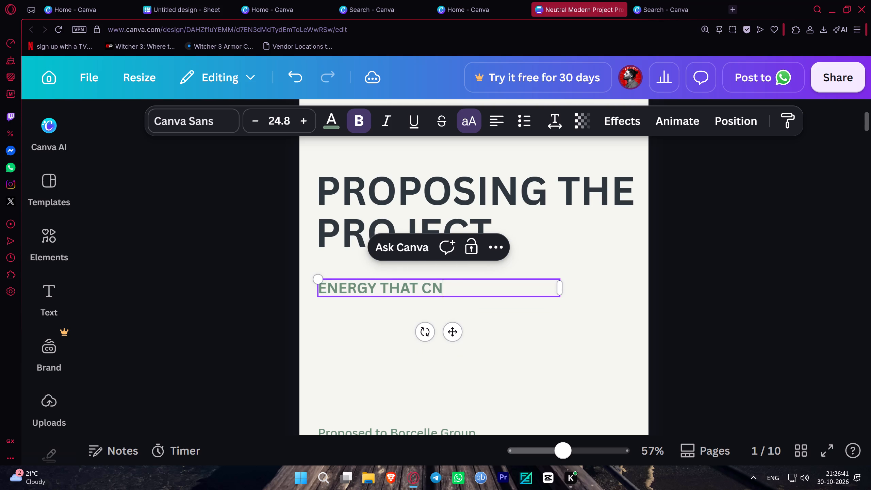
pyautogui.press('space')
pyautogui.press('BackSpace')
pyautogui.press('BackSpace')
pyautogui.press('BackSpace')
pyautogui.write('an be ,ad')
pyautogui.press('BackSpace')
pyautogui.press('BackSpace')
pyautogui.press('BackSpace')
pyautogui.write('made again')
# Replace the Summary paragraph on page 2 with "this project can become useful for rural areas where there is not an abundance of electrical energy".
pyautogui.middleClick(398, 323)
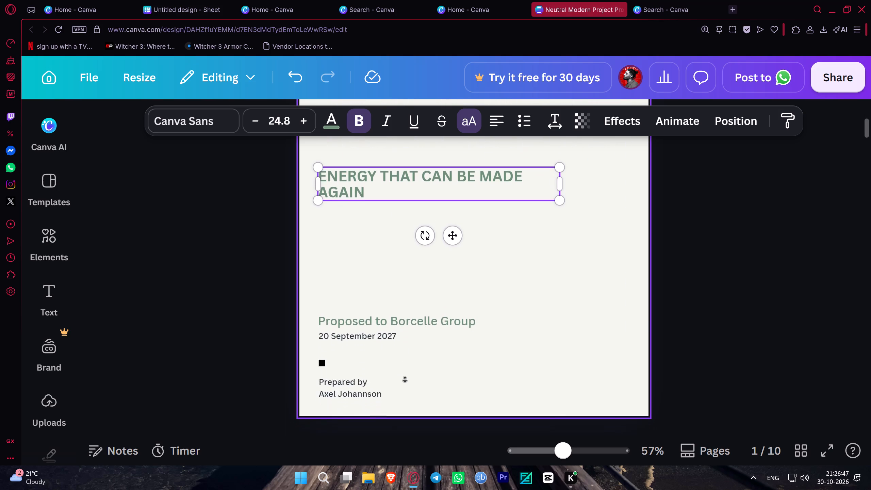
pyautogui.click(408, 369)
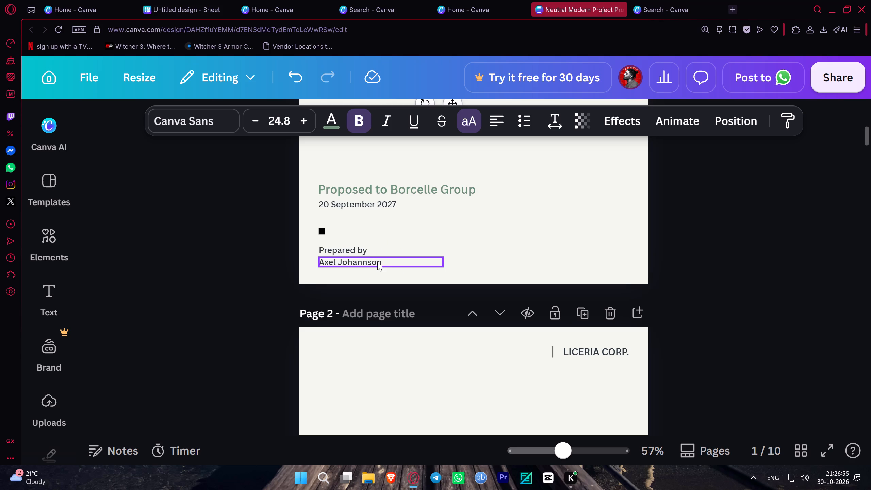
pyautogui.middleClick(297, 267)
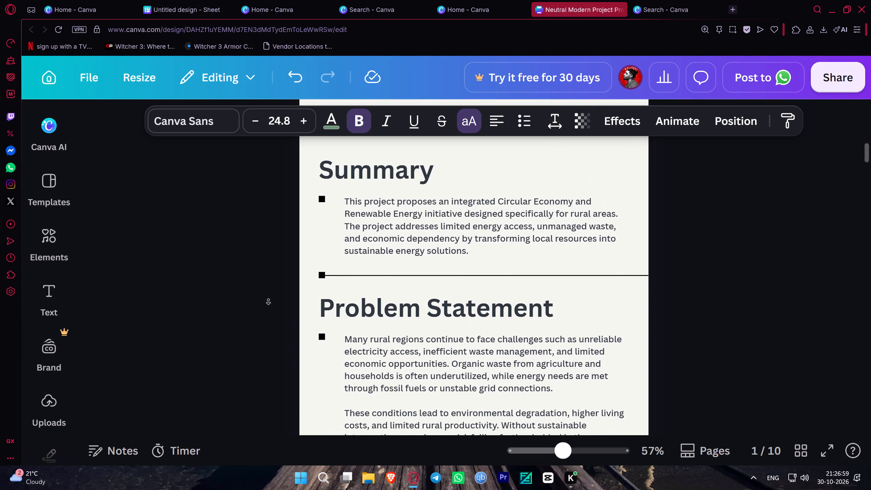
pyautogui.click(268, 300)
pyautogui.click(393, 210)
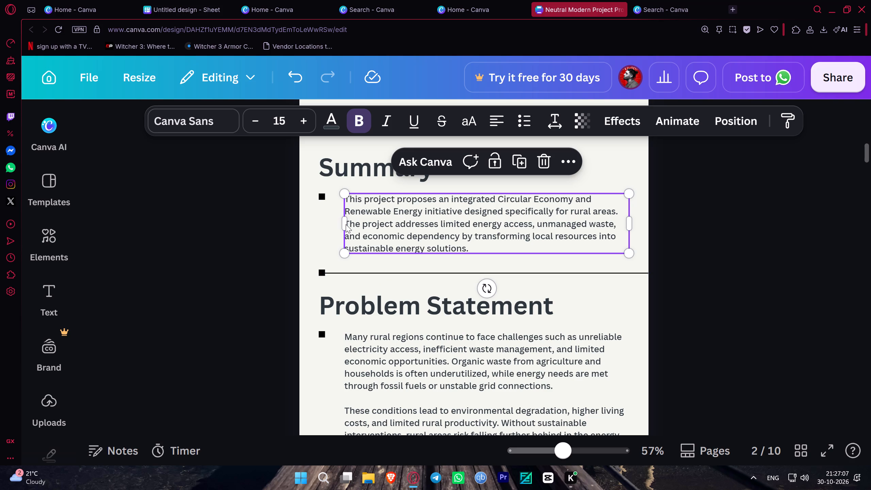
pyautogui.doubleClick(380, 210)
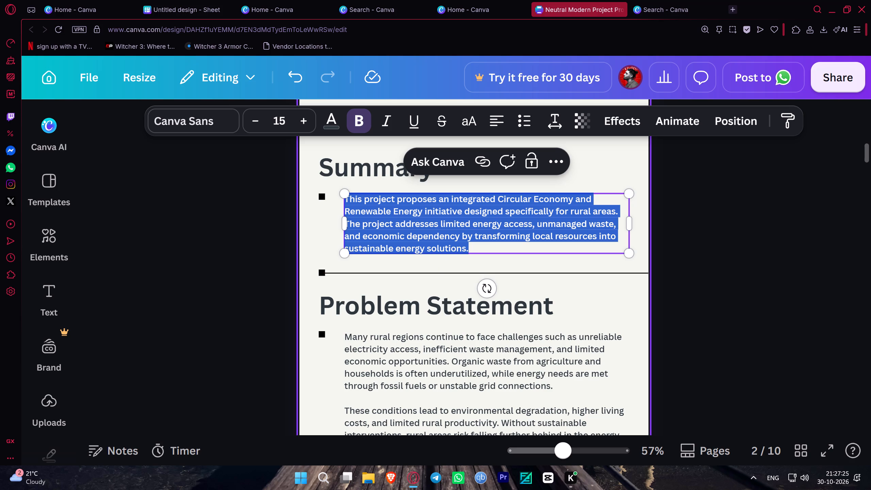
pyautogui.write('this project can')
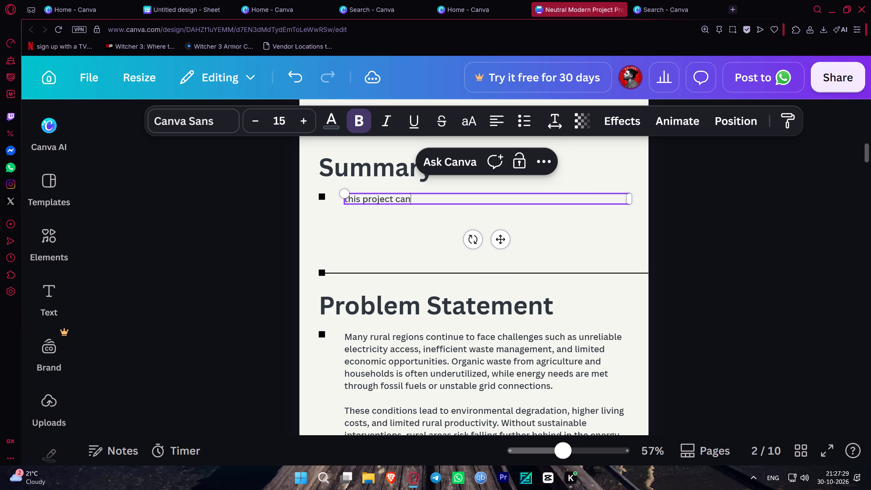
pyautogui.press('space')
pyautogui.write('become useful for rural areas wher')
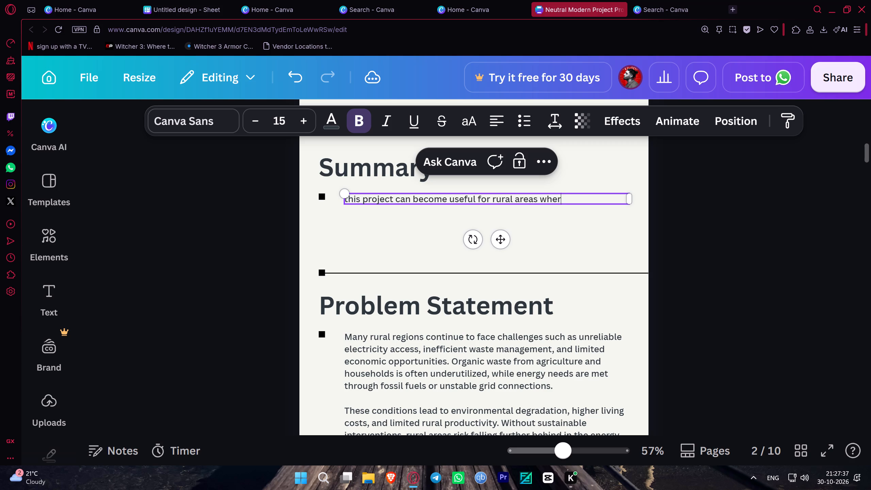
pyautogui.write('e therte')
pyautogui.press('space')
pyautogui.press('BackSpace')
pyautogui.press('BackSpace')
pyautogui.press('BackSpace')
pyautogui.write('e')
pyautogui.press('space')
pyautogui.write('is not an abuna')
pyautogui.press('BackSpace')
pyautogui.write('dance of electrial')
pyautogui.press('space')
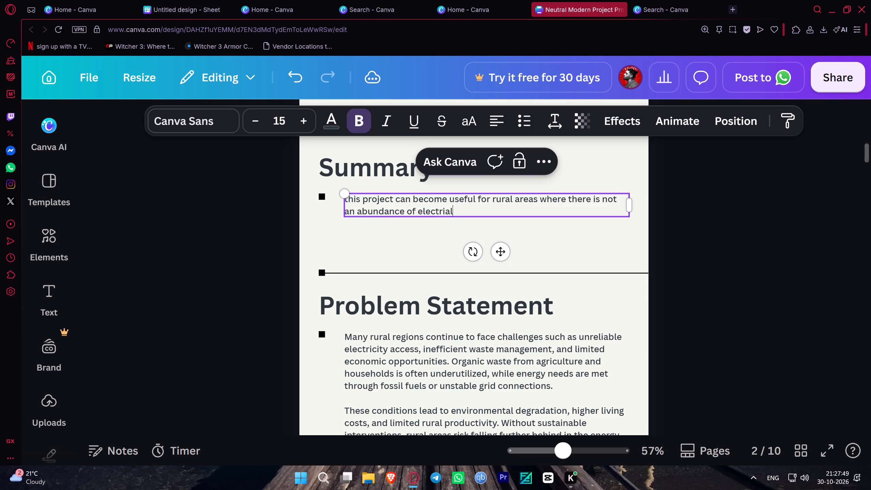
pyautogui.press('BackSpace')
pyautogui.press('BackSpace')
pyautogui.press('BackSpace')
pyautogui.press('BackSpace')
pyautogui.write('ical energy')
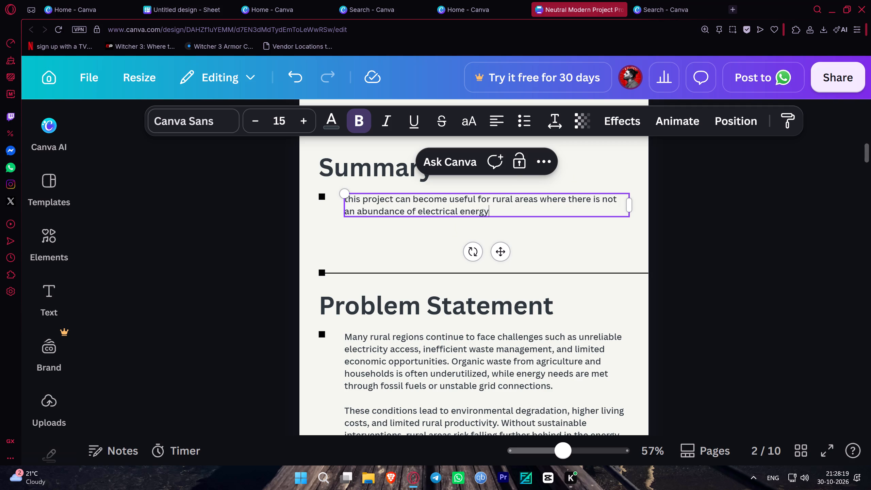
# Continue the Summary paragraph with "and can be maintained throughout the years without actually asking for much maintenance".
pyautogui.press('space')
pyautogui.write('and can be maintained fo')
pyautogui.press('BackSpace')
pyautogui.press('BackSpace')
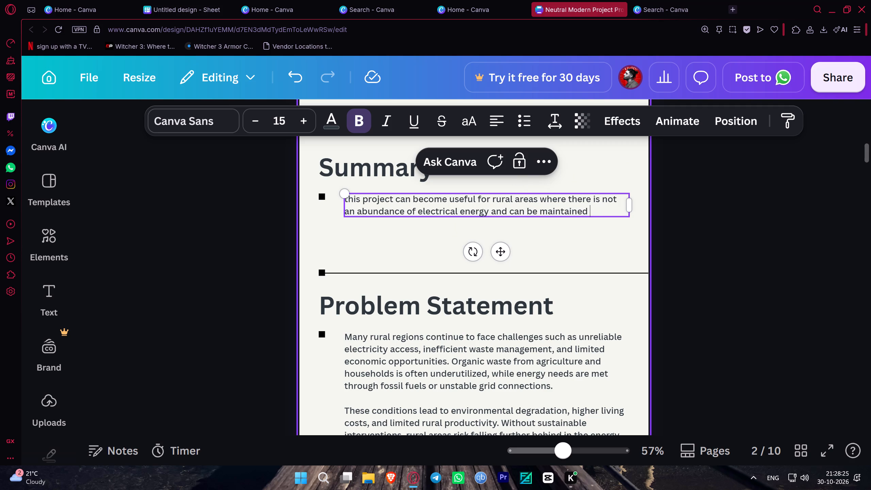
pyautogui.write('throughout the year')
pyautogui.press('space')
pyautogui.press('BackSpace')
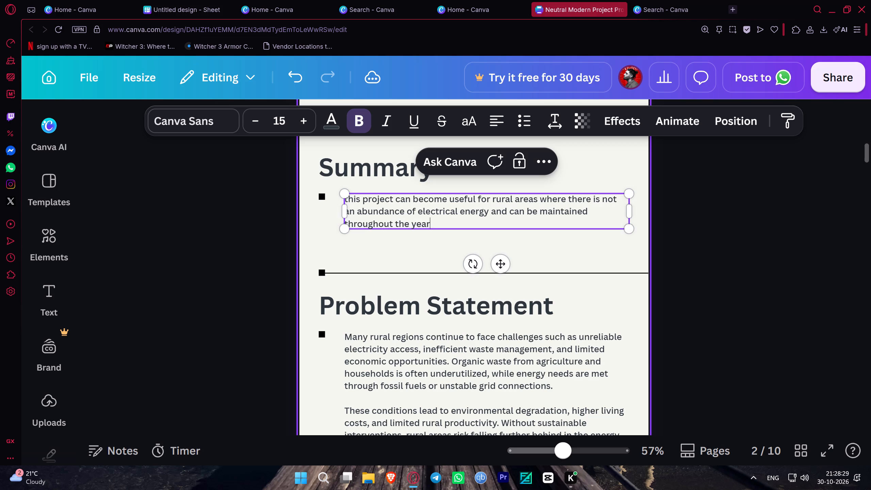
pyautogui.write('s w')
pyautogui.press('BackSpace')
pyautogui.write('withouit')
pyautogui.press('space')
pyautogui.press('BackSpace')
pyautogui.press('BackSpace')
pyautogui.press('BackSpace')
pyautogui.write('t actuallty')
pyautogui.press('BackSpace')
pyautogui.press('BackSpace')
pyautogui.write('y awsk')
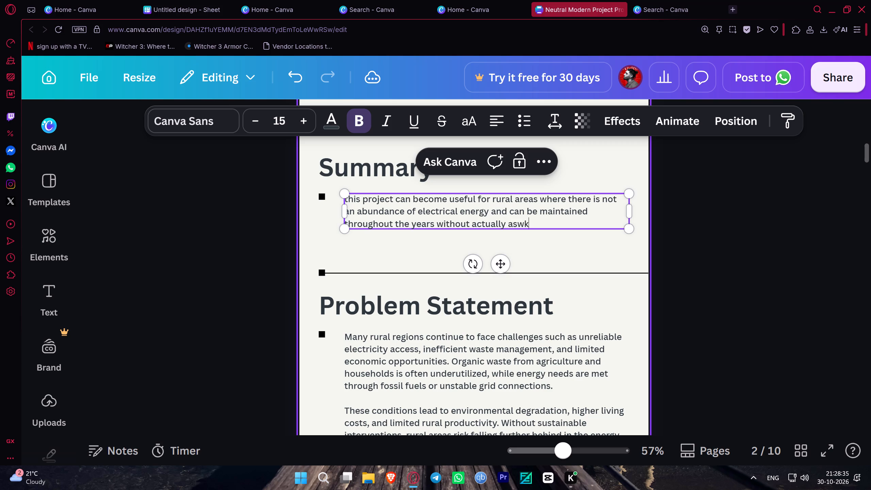
pyautogui.press('BackSpace')
pyautogui.press('BackSpace')
pyautogui.write('kign')
pyautogui.press('BackSpace')
pyautogui.press('BackSpace')
pyautogui.write('ng for much')
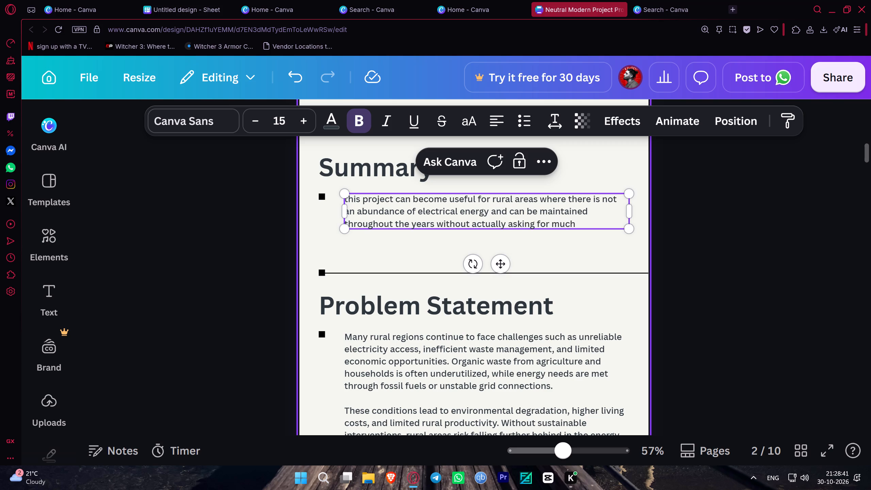
pyautogui.press('space')
pyautogui.write(',ma')
pyautogui.press('BackSpace')
pyautogui.press('BackSpace')
pyautogui.press('BackSpace')
pyautogui.write('maintenance')
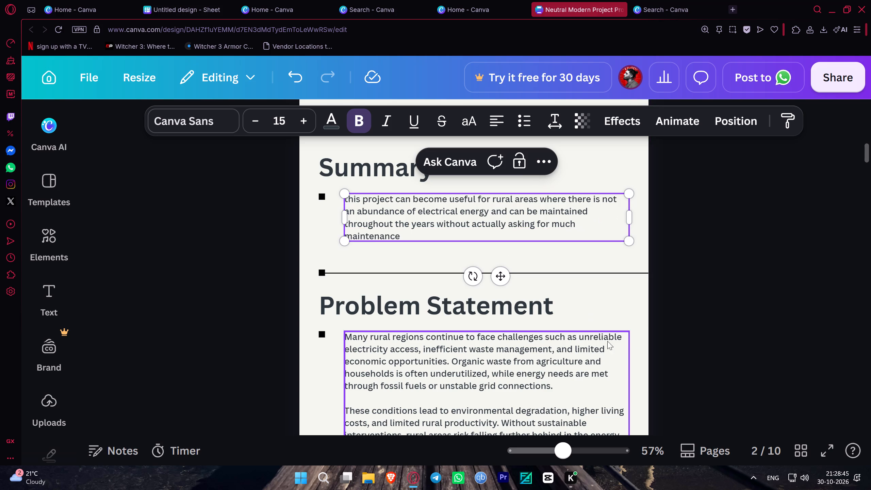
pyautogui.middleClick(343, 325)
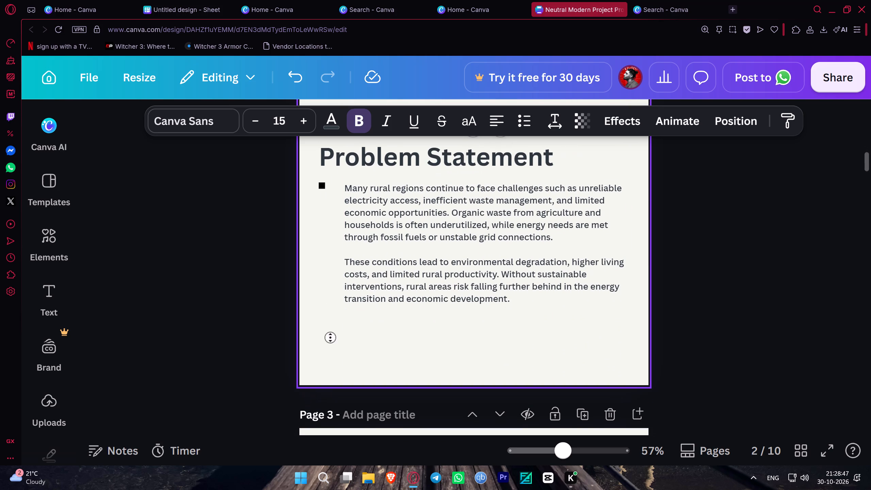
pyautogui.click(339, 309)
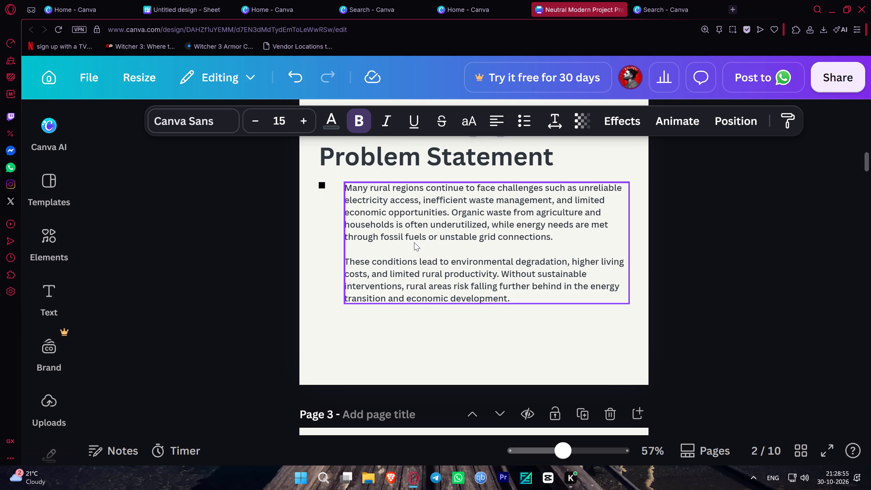
# Switch to the desktop, open the Windows display settings and bring up the choices for the display scale.
pyautogui.click(870, 455)
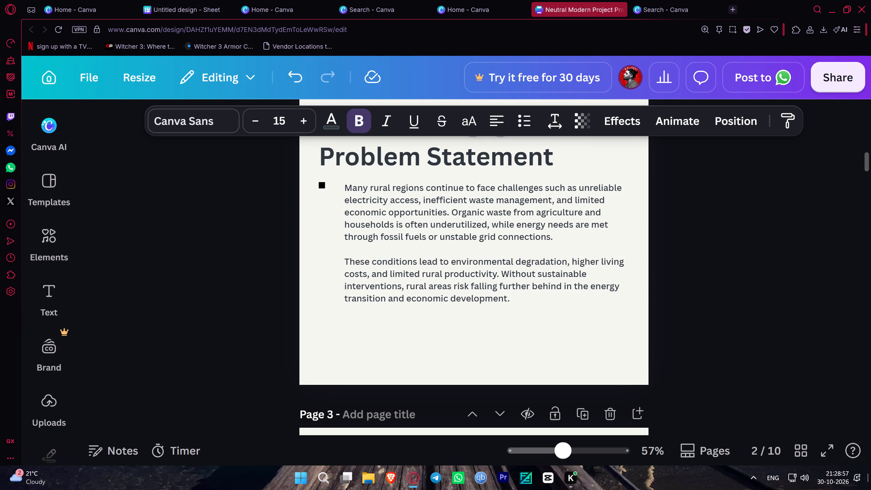
pyautogui.click(870, 487)
pyautogui.rightClick(607, 283)
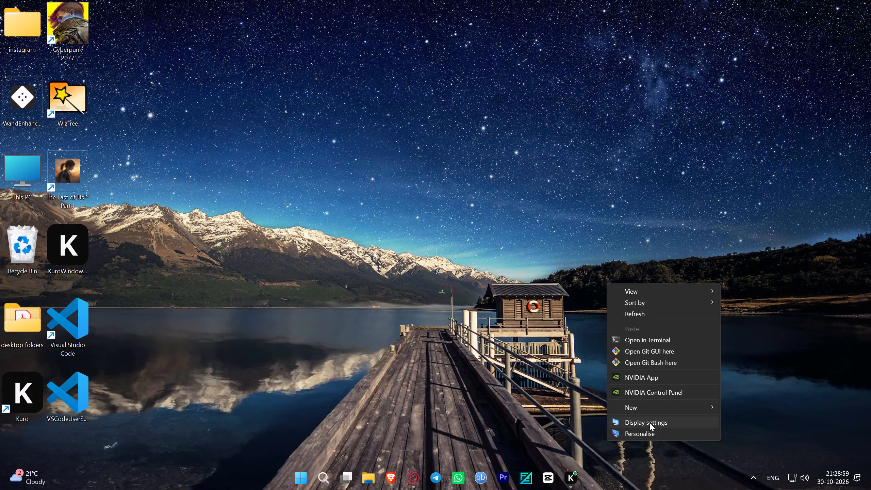
pyautogui.click(650, 423)
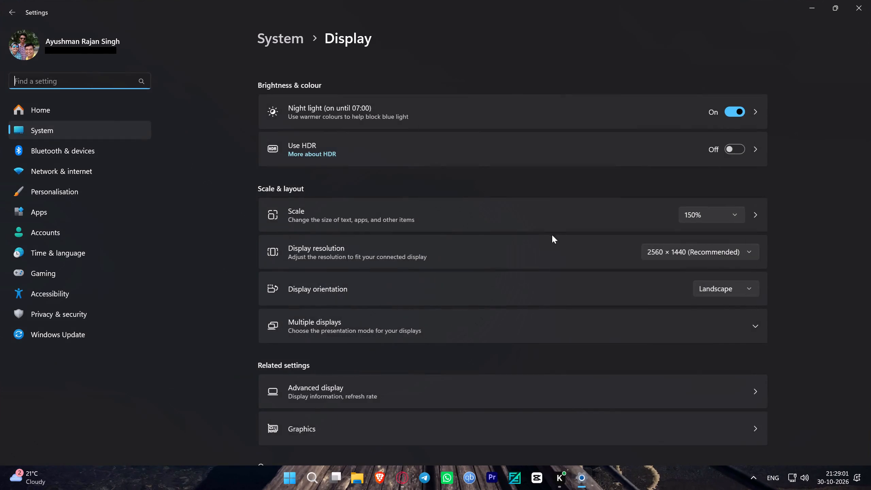
pyautogui.click(725, 216)
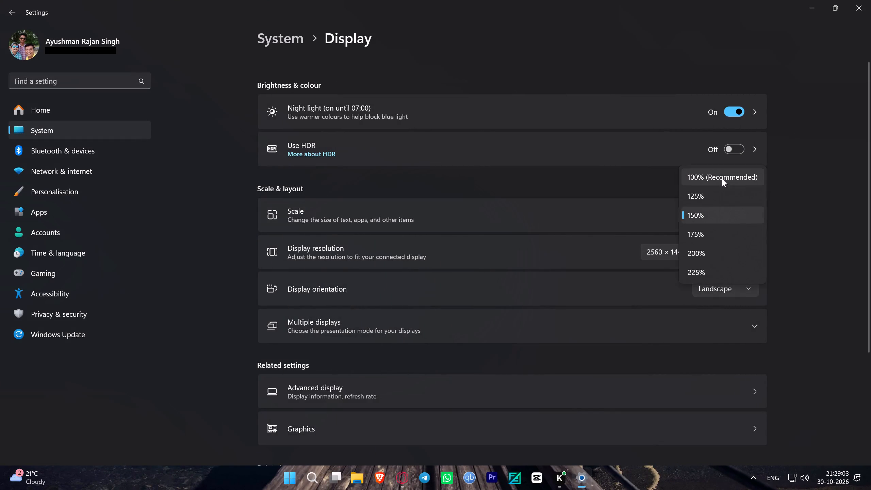
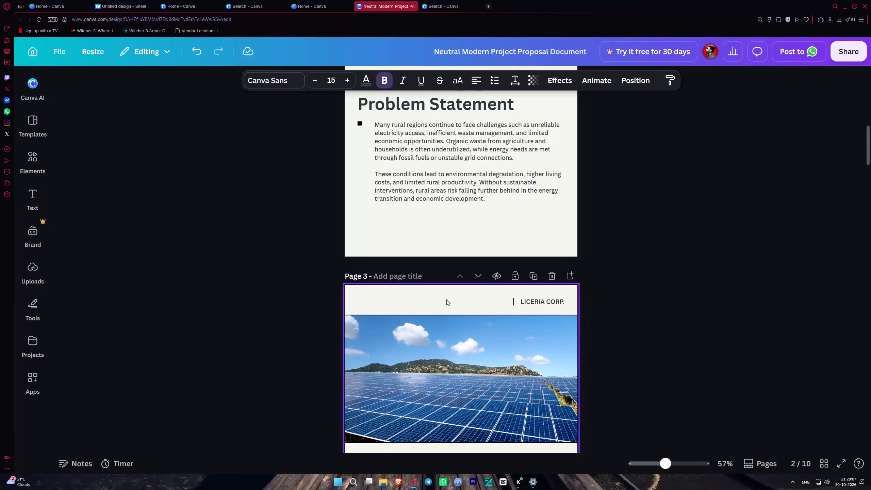
# Set the Windows display scale to 150%, return to the Canva proposal in the browser and close the Settings window.
pyautogui.click(533, 479)
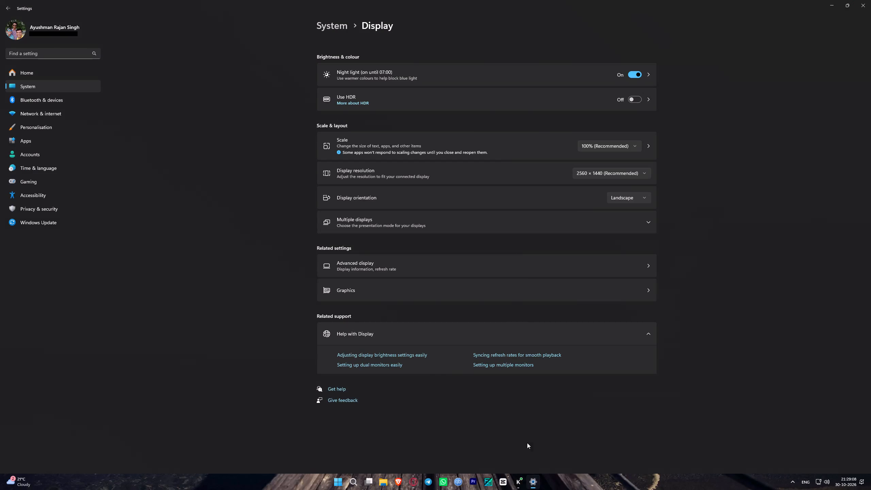
pyautogui.click(626, 145)
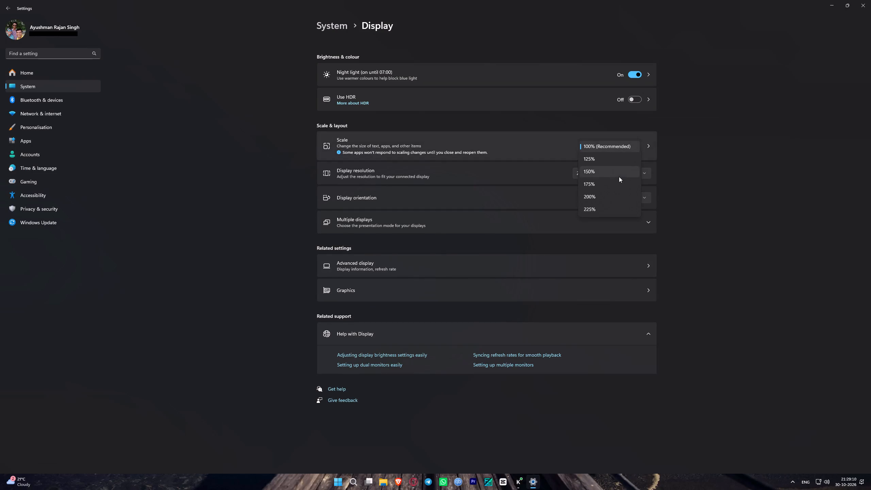
pyautogui.click(620, 171)
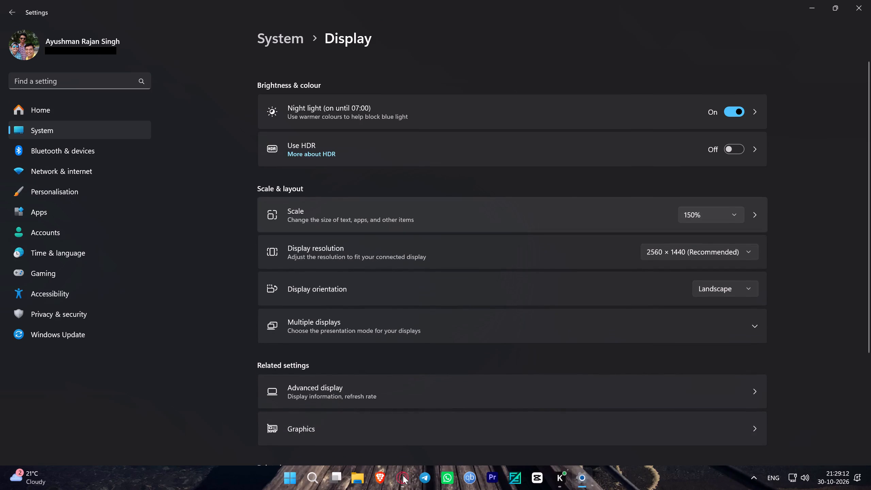
pyautogui.click(403, 475)
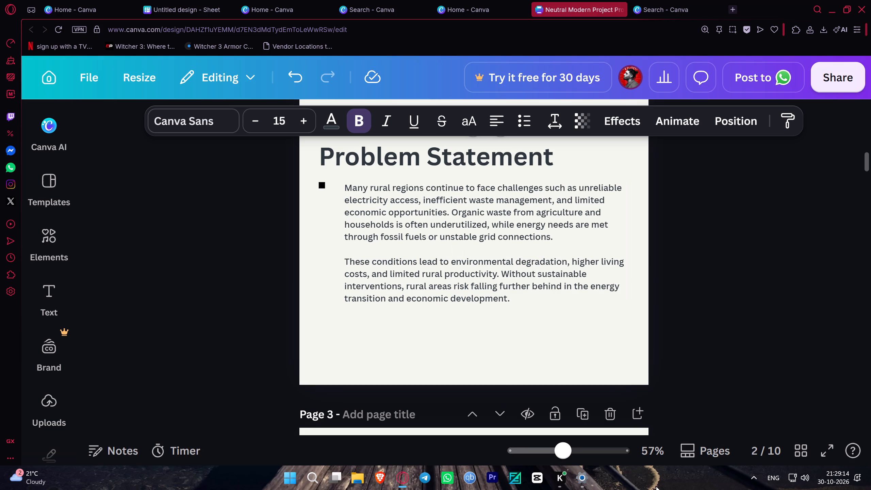
pyautogui.click(621, 383)
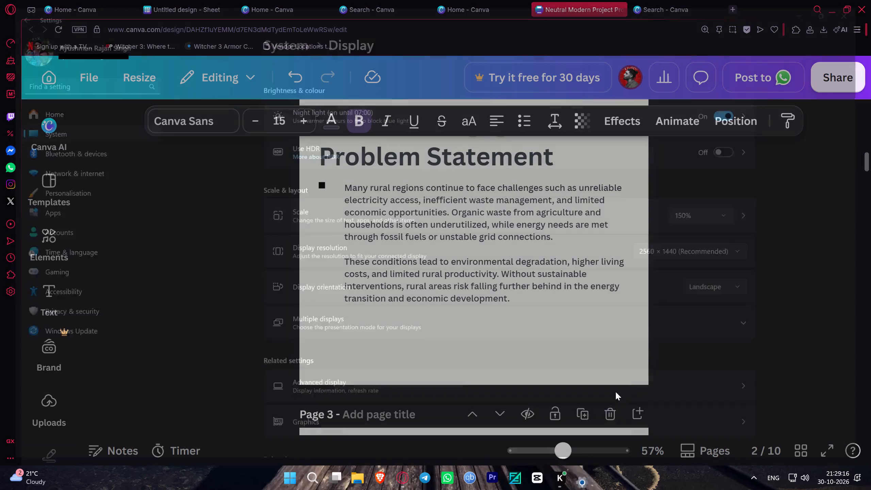
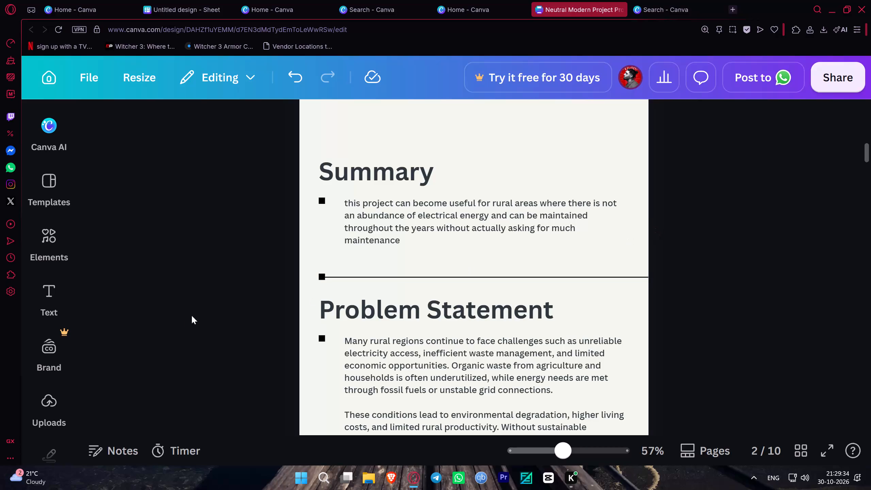
# Replace the Problem Statement body text on page 2 with "many rural places or villages actually suffer from".
pyautogui.click(224, 292)
pyautogui.scroll(1, 279, 263)
pyautogui.middleClick(206, 280)
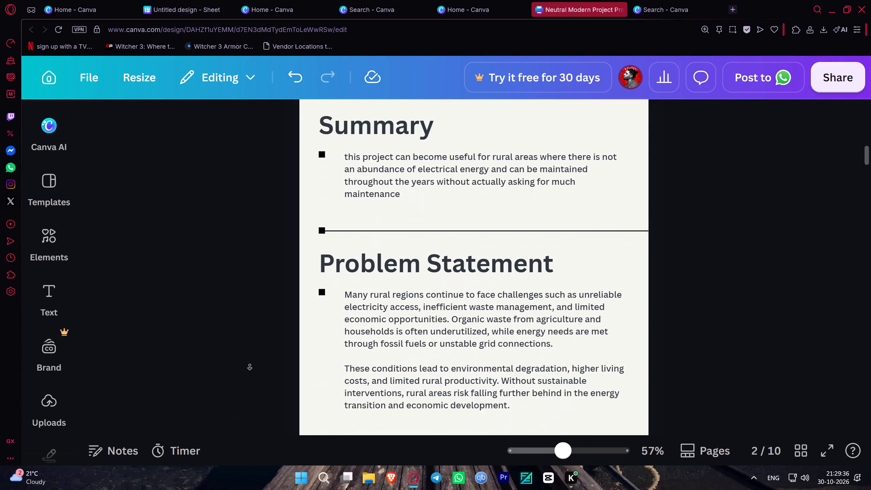
pyautogui.click(273, 250)
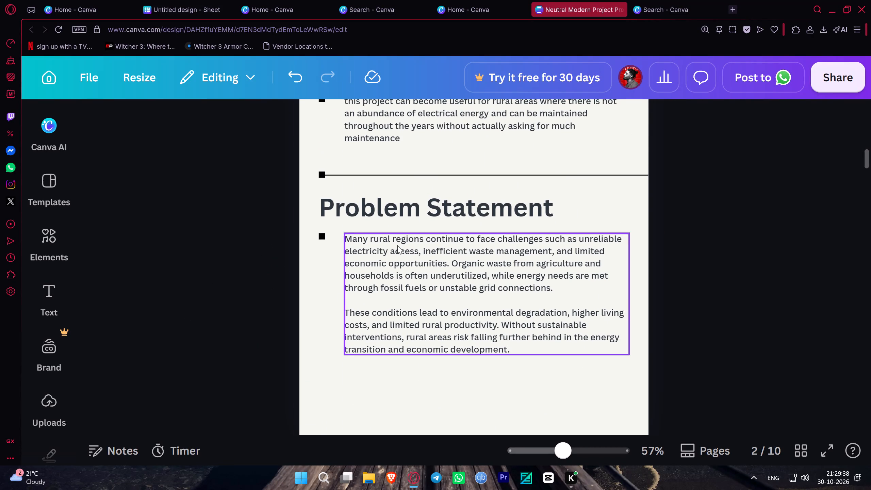
pyautogui.doubleClick(397, 245)
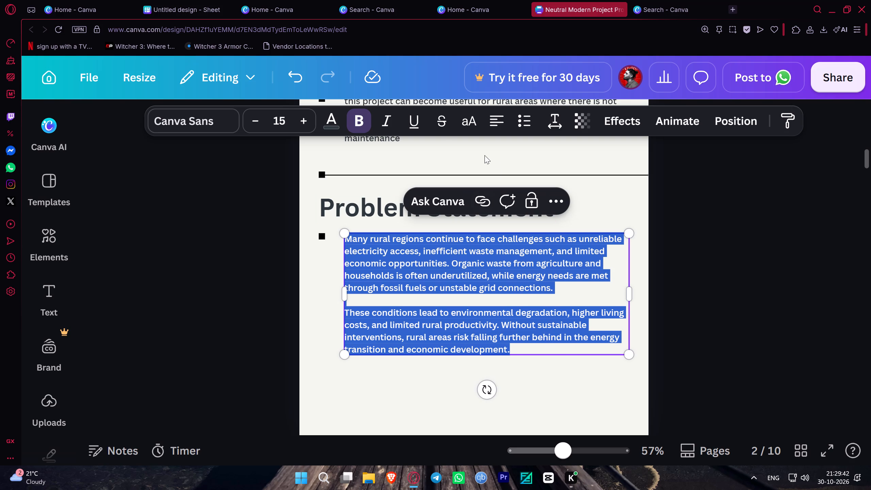
pyautogui.click(659, 178)
pyautogui.doubleClick(391, 259)
pyautogui.write('many rural palc')
pyautogui.press('BackSpace')
pyautogui.press('BackSpace')
pyautogui.press('BackSpace')
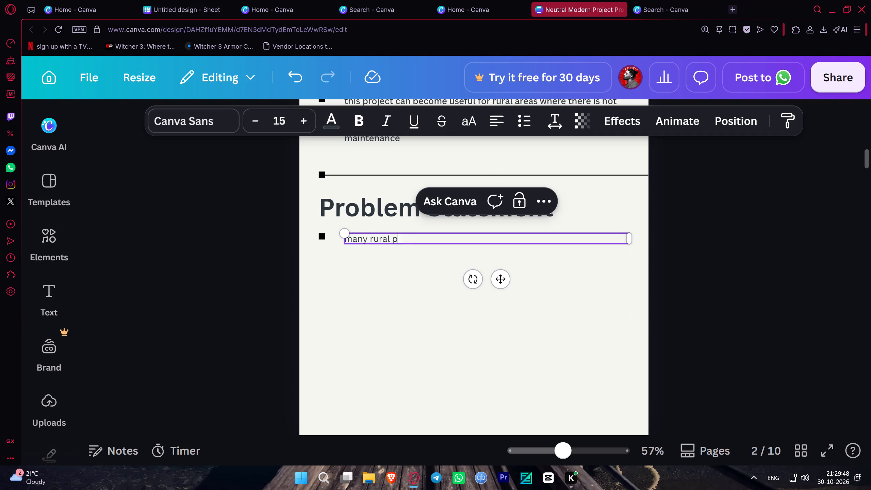
pyautogui.press('BackSpace')
pyautogui.write('or')
pyautogui.press('space')
pyautogui.press('BackSpace')
pyautogui.press('BackSpace')
pyautogui.press('BackSpace')
pyautogui.write('places o')
pyautogui.press('space')
pyautogui.press('BackSpace')
pyautogui.write('r bo')
pyautogui.press('BackSpace')
pyautogui.press('BackSpace')
pyautogui.write('villahes')
pyautogui.press('BackSpace')
pyautogui.press('BackSpace')
pyautogui.press('BackSpace')
pyautogui.write('ges a')
pyautogui.write('ctula')
pyautogui.press('BackSpace')
pyautogui.press('BackSpace')
pyautogui.write('ally suffer from')
pyautogui.press('space')
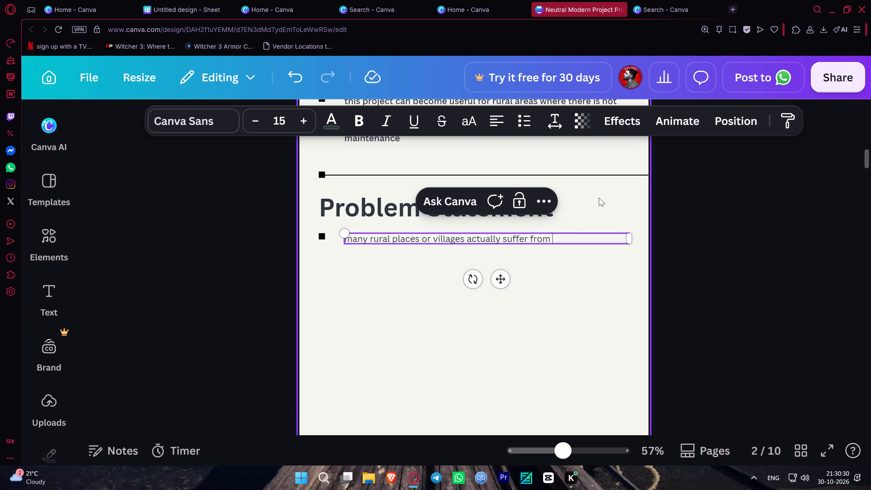
pyautogui.press('space')
pyautogui.press('BackSpace')
# Continue the Problem Statement sentence with "no electricity or just plainly negligence because of the administration, a".
pyautogui.write('no electricity or just plan')
pyautogui.press('BackSpace')
pyautogui.write('inly neglic')
pyautogui.press('BackSpace')
pyautogui.write('gence because of the sa')
pyautogui.press('BackSpace')
pyautogui.press('BackSpace')
pyautogui.write('administrait')
pyautogui.press('BackSpace')
pyautogui.press('BackSpace')
pyautogui.write('tion, a')
pyautogui.press('space')
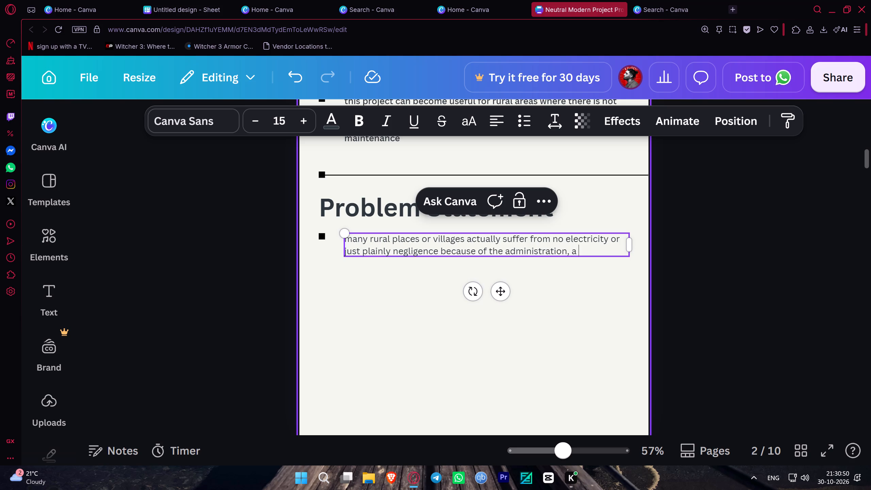
# Continue the Problem Statement text with "solar power plant can genuinely make their livelihoods better by providing electricity even at night".
pyautogui.write('sia')
pyautogui.press('BackSpace')
pyautogui.press('BackSpace')
pyautogui.write('olar power plant can')
pyautogui.press('space')
pyautogui.write('gfeni')
pyautogui.press('BackSpace')
pyautogui.press('BackSpace')
pyautogui.press('BackSpace')
pyautogui.press('BackSpace')
pyautogui.write('en')
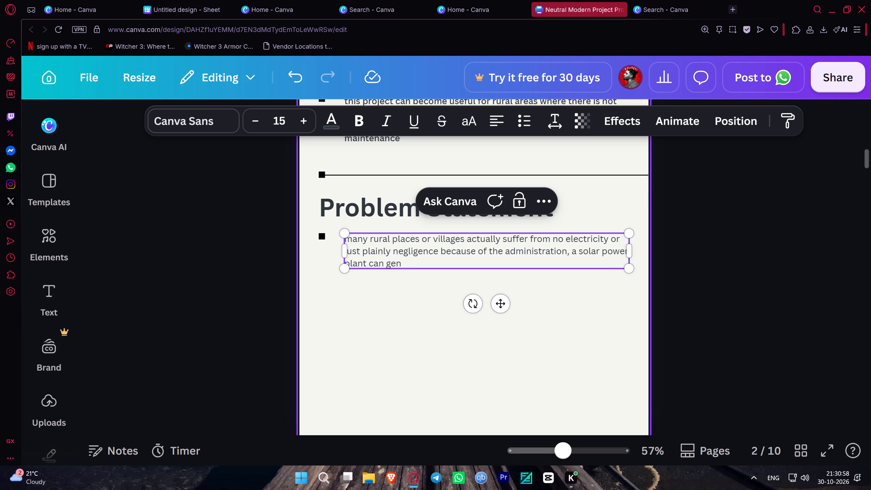
pyautogui.write('uinelt')
pyautogui.press('BackSpace')
pyautogui.write('y fe')
pyautogui.press('BackSpace')
pyautogui.press('BackSpace')
pyautogui.write('mae')
pyautogui.press('BackSpace')
pyautogui.write('ke their livelihoods better by providing electricity even at night')
pyautogui.press('space')
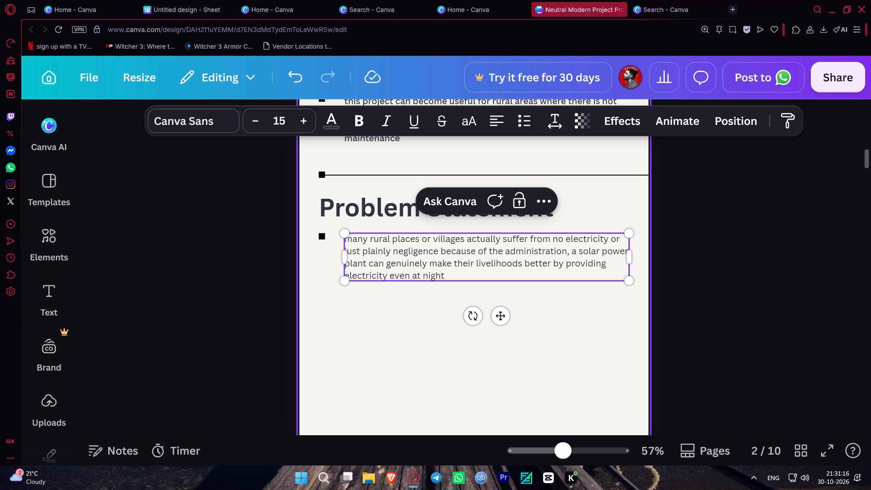
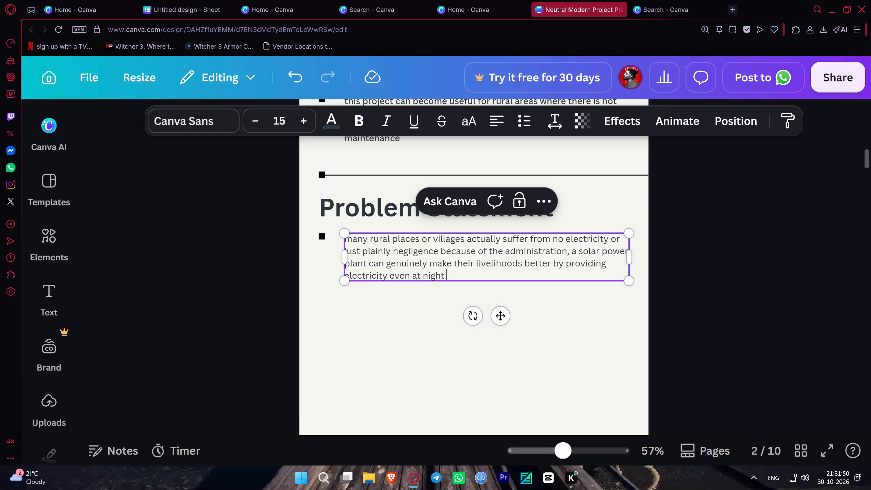
# Continue the Problem Statement body text on page 2 with "and would help them live better,".
pyautogui.click(447, 272)
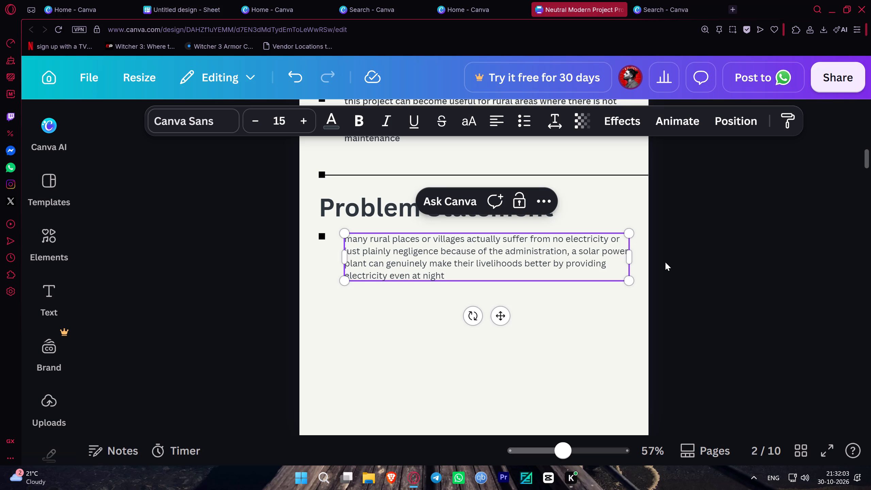
pyautogui.write('and j')
pyautogui.press('BackSpace')
pyautogui.write('would help them live better,')
pyautogui.press('space')
# Finish the Problem Statement text with "a solar power plant can power alot of things which are necessary for the livelihoods of the common man".
pyautogui.write('a solar power plant cam')
pyautogui.press('space')
pyautogui.press('space')
pyautogui.press('BackSpace')
pyautogui.press('BackSpace')
pyautogui.press('BackSpace')
pyautogui.write('n power al')
pyautogui.press('BackSpace')
pyautogui.press('space')
pyautogui.press('BackSpace')
pyautogui.write('lot of things which aren')
pyautogui.press('space')
pyautogui.press('BackSpace')
pyautogui.press('BackSpace')
pyautogui.press('space')
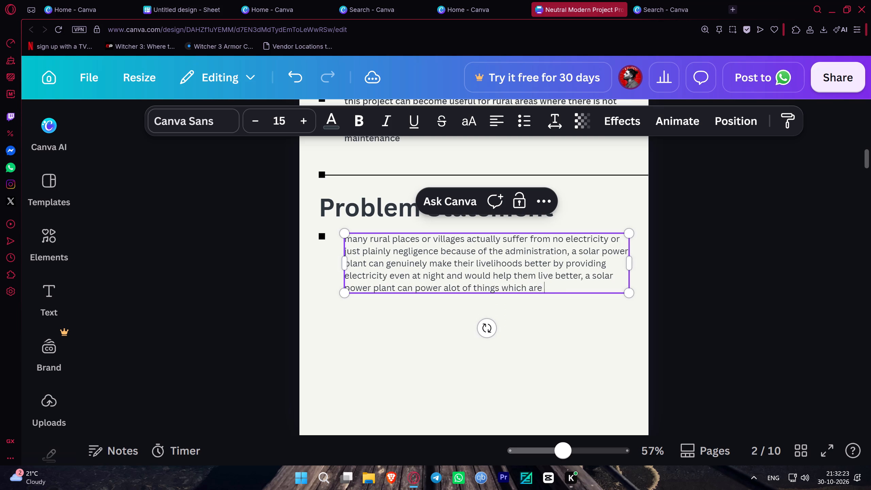
pyautogui.write('necessary for the liveh')
pyautogui.press('BackSpace')
pyautogui.write('lihoods of the commom')
pyautogui.press('BackSpace')
pyautogui.write('n man')
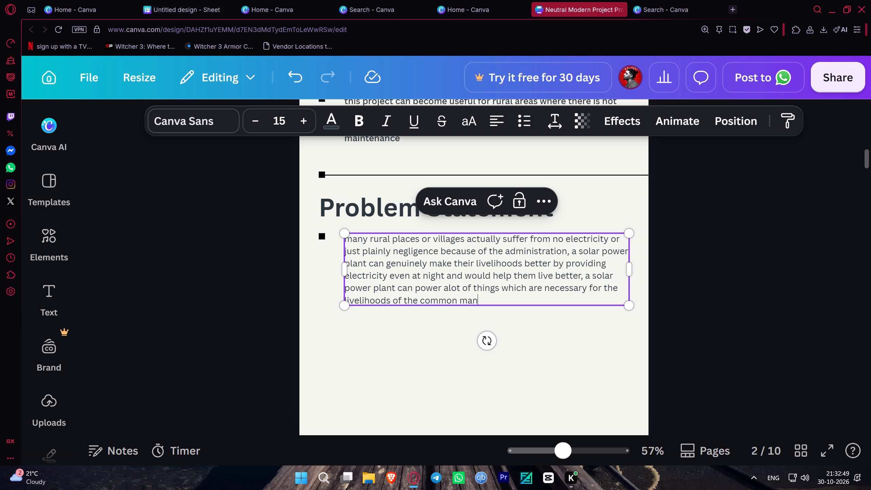
# Replace the "General Objective" heading on page 3 with "objectives to achieve".
pyautogui.scroll(-1, 502, 338)
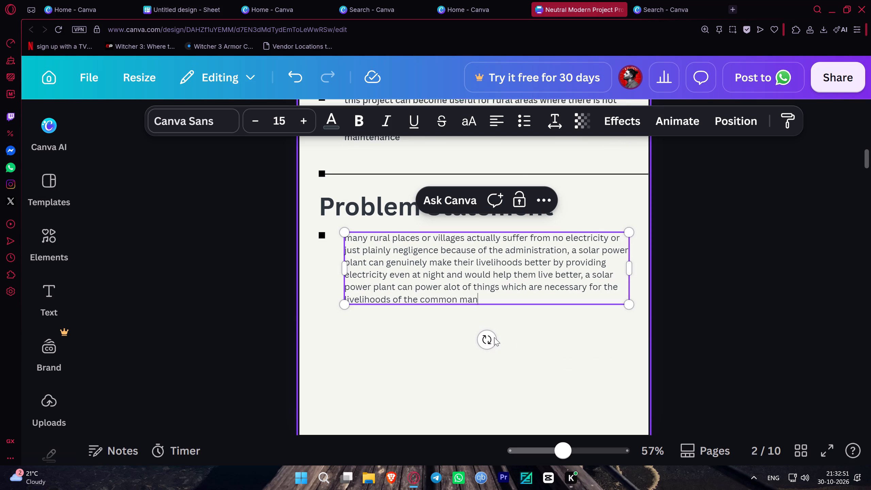
pyautogui.scroll(-1, 326, 331)
pyautogui.middleClick(245, 338)
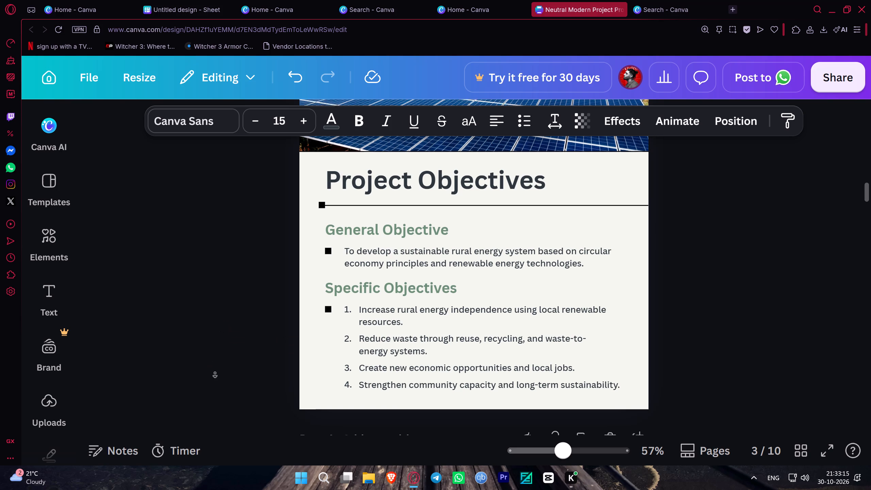
pyautogui.click(266, 320)
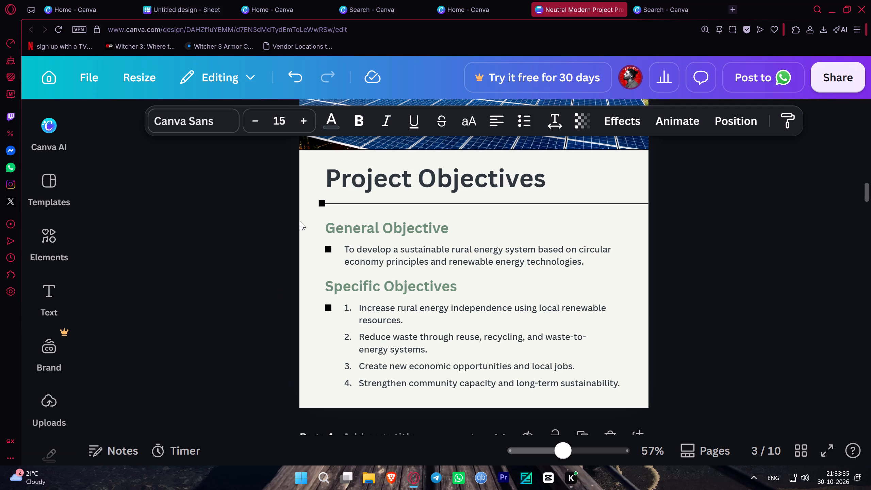
pyautogui.doubleClick(366, 227)
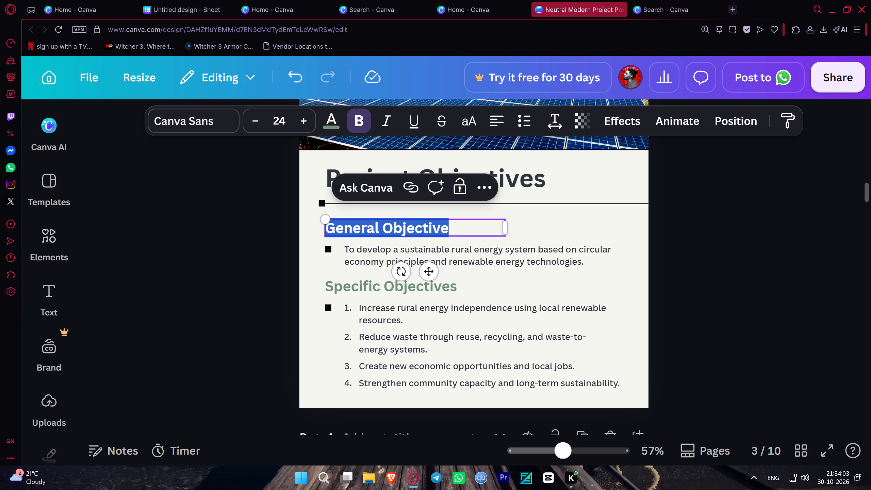
pyautogui.press('o')
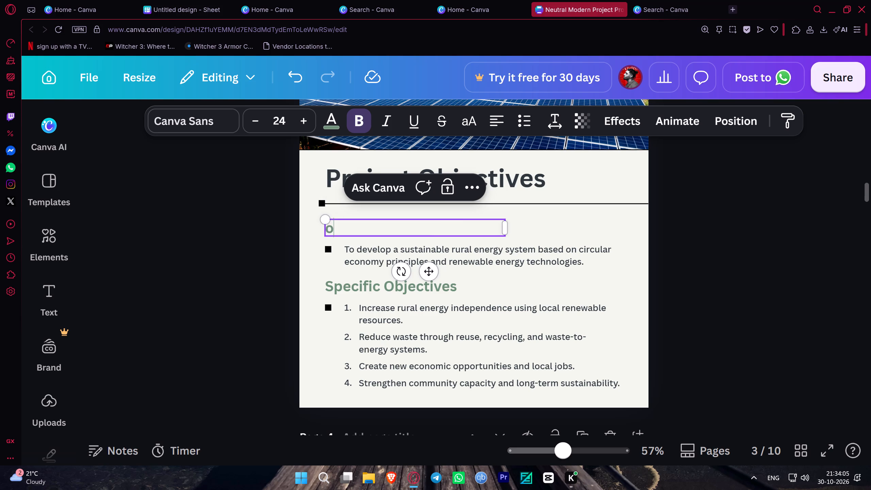
pyautogui.write('bjectives to achieve')
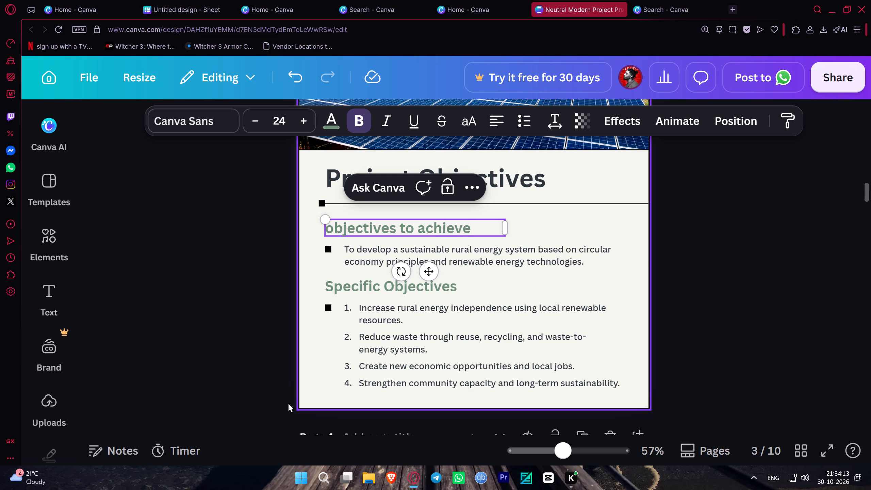
# Replace the first objective's text with "in order to make the system sustainable we will need to use proper equipments as well as proper resources".
pyautogui.doubleClick(387, 245)
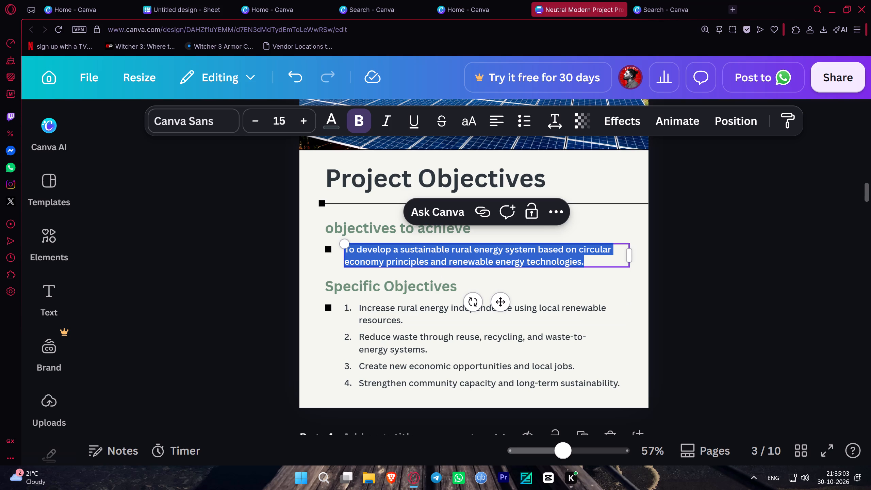
pyautogui.write('in ordet')
pyautogui.press('BackSpace')
pyautogui.write('r to make the system susit')
pyautogui.press('BackSpace')
pyautogui.press('BackSpace')
pyautogui.write('tainable we will need to use prtope')
pyautogui.press('BackSpace')
pyautogui.press('BackSpace')
pyautogui.press('BackSpace')
pyautogui.press('BackSpace')
pyautogui.press('r')
pyautogui.press('BackSpace')
pyautogui.write('oper equipments as well as proper')
pyautogui.press('space')
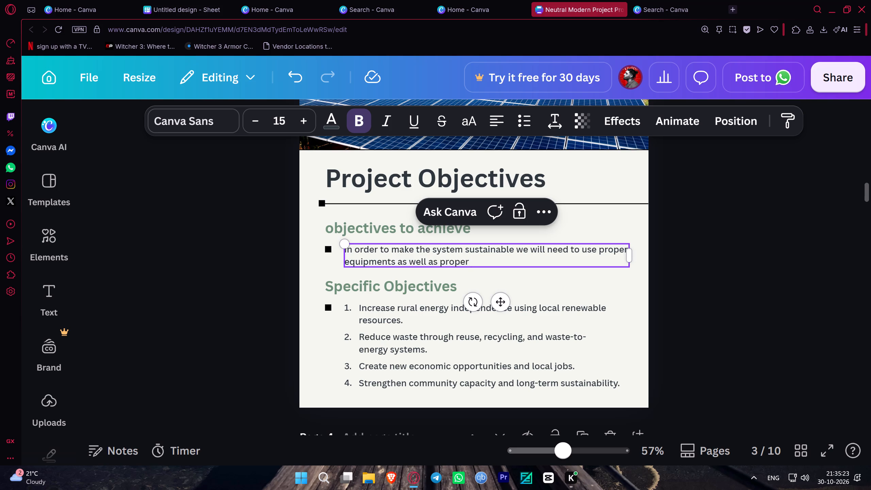
pyautogui.write('resources')
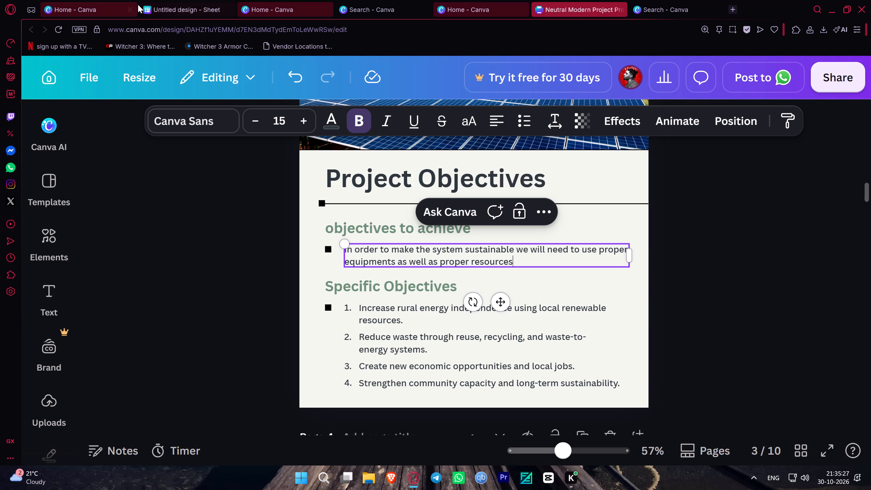
# Close the surplus browser tabs, keeping only one Canva home tab and the project proposal design.
pyautogui.middleClick(112, 8)
pyautogui.middleClick(112, 8)
pyautogui.middleClick(112, 8)
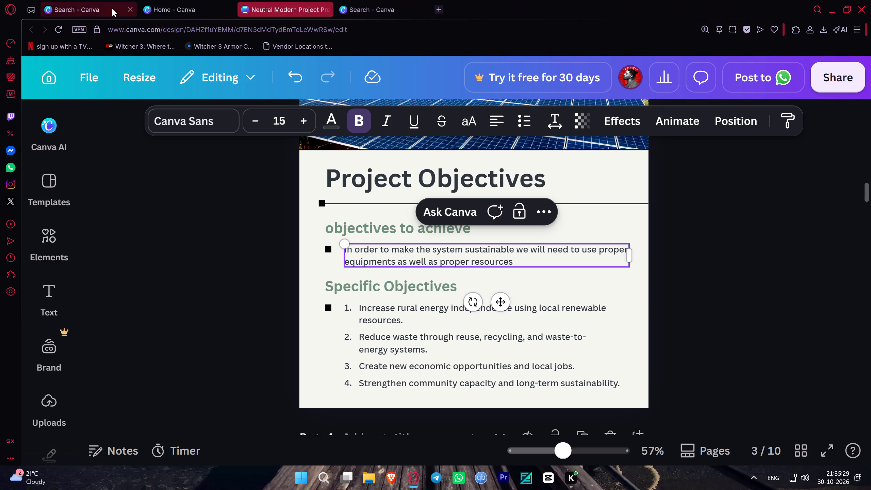
pyautogui.middleClick(112, 8)
pyautogui.middleClick(316, 3)
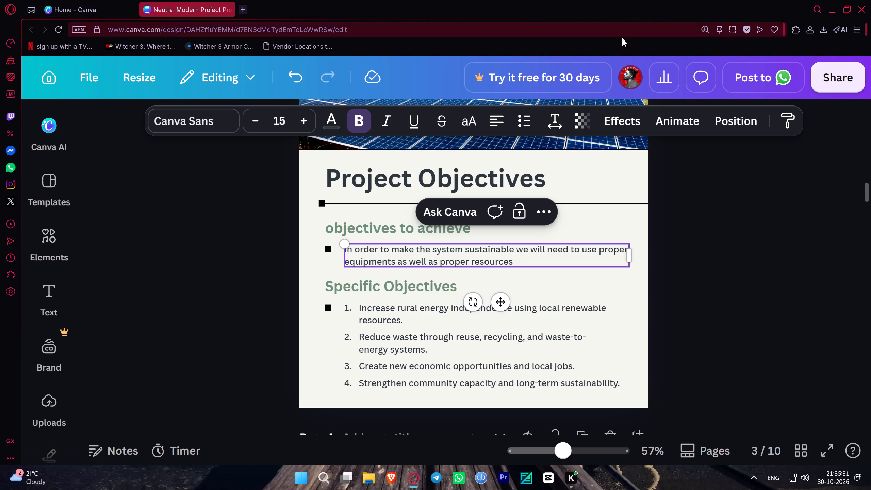
# Deselect the objective text box and close the Opera browser window.
pyautogui.click(718, 262)
pyautogui.click(870, 0)
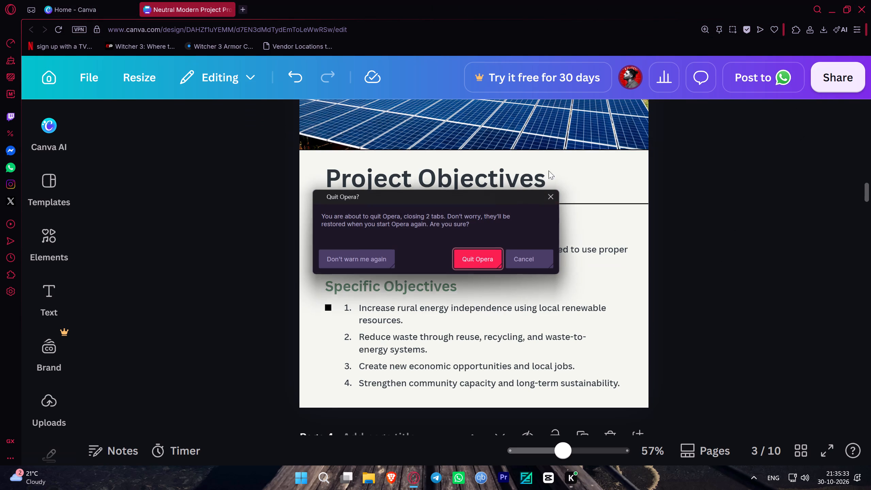